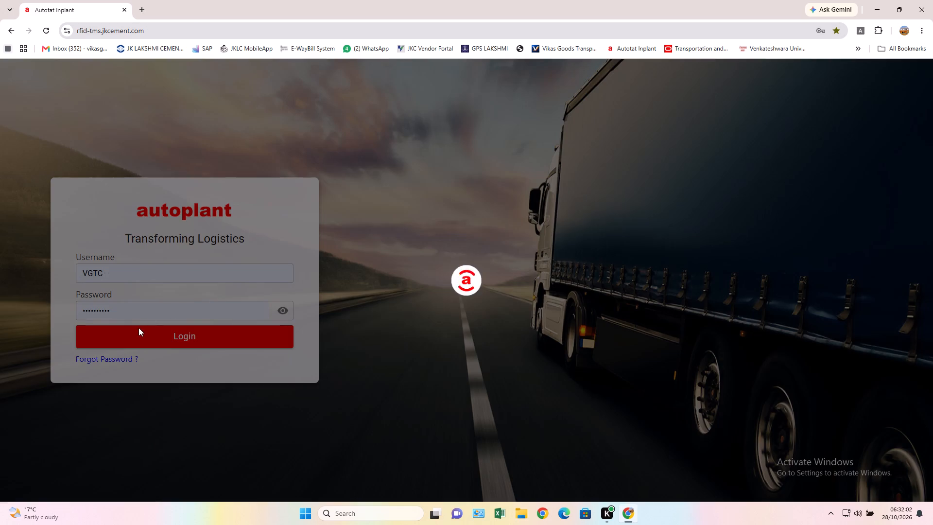
Log in to the autoplant portal with the prefilled credentials, logging out once and signing back in for a fresh session.
left_click(138, 334)
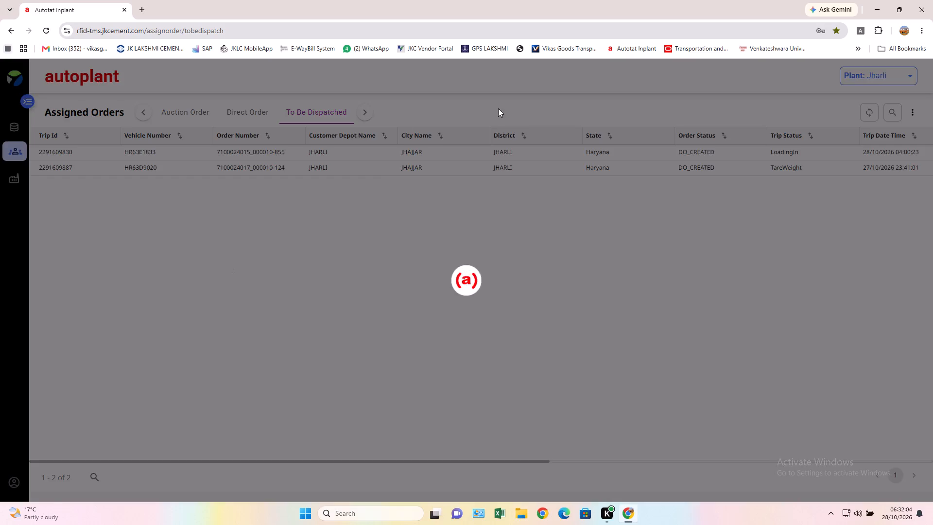
left_click(62, 481)
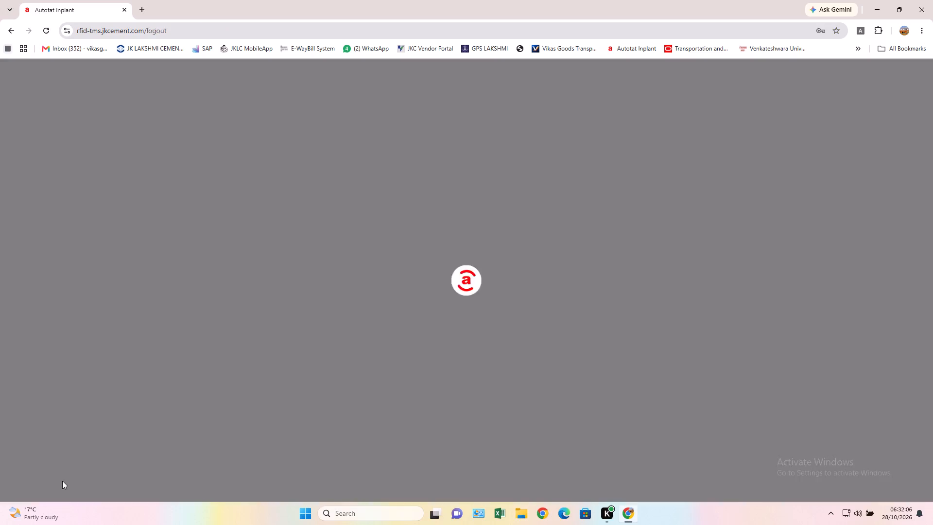
left_click(201, 331)
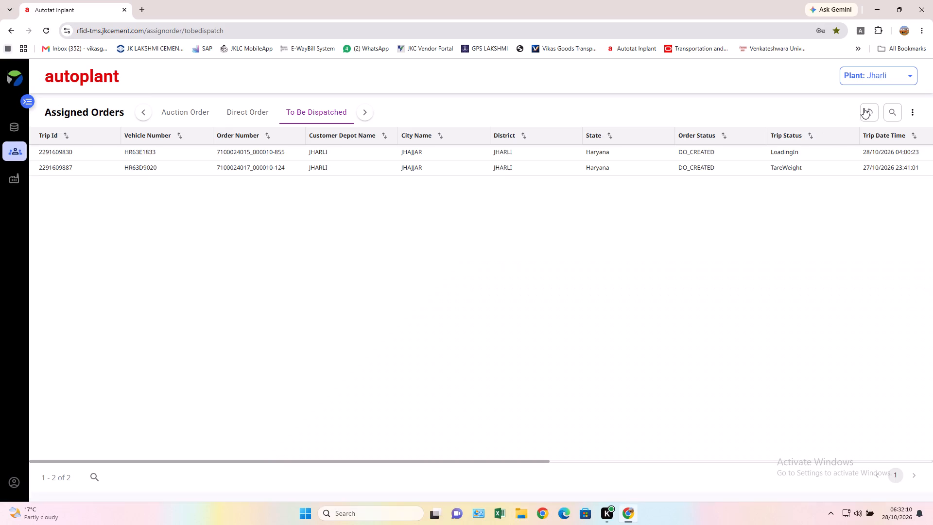
Refresh the To Be Dispatched orders and view the Direct Order list for the Jharli plant.
left_click(864, 108)
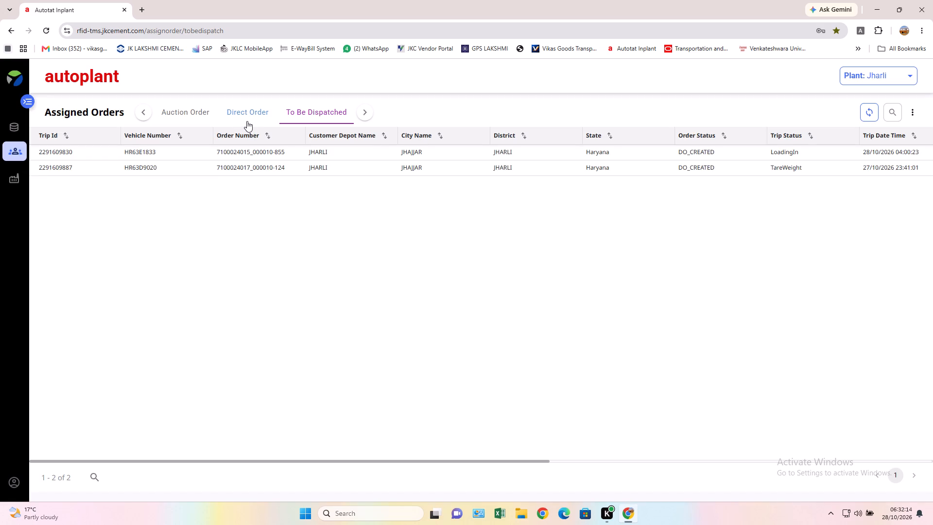
left_click(244, 115)
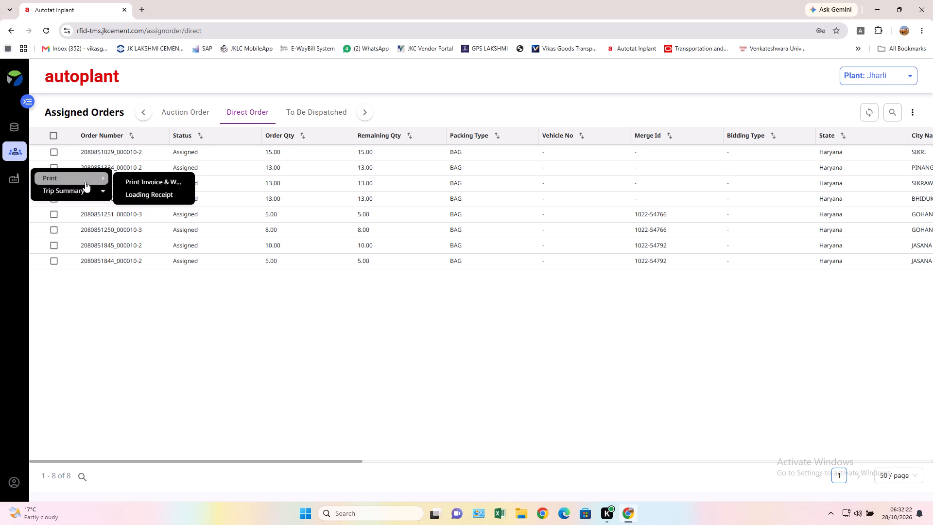
Open the Loading Receipt print page, with a blank browser tab opened alongside it.
left_click(137, 192)
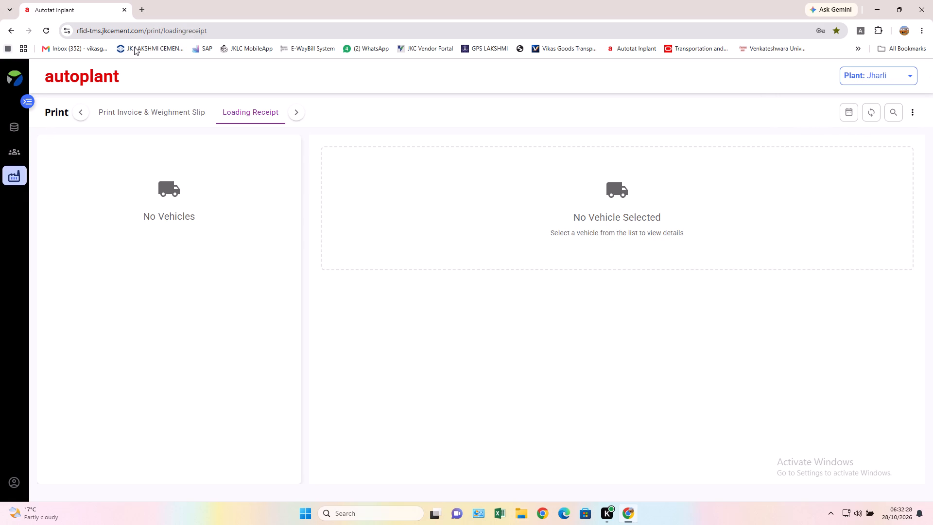
left_click(139, 13)
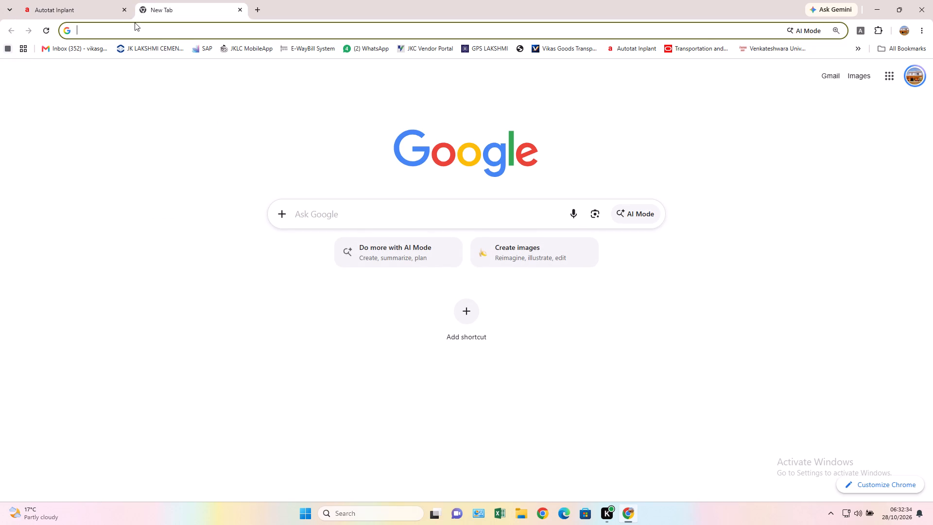
left_click(101, 3)
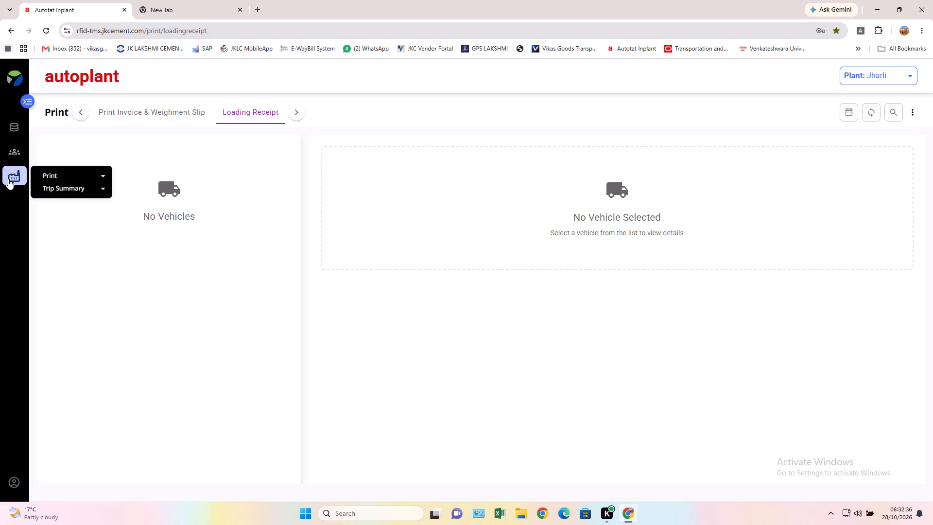
left_click(131, 188)
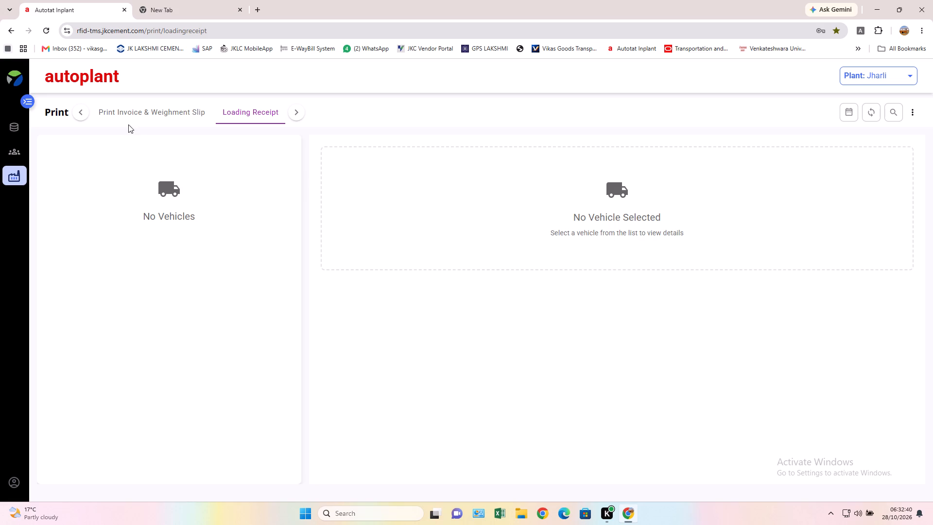
View the Print Invoice & Weighment Slip list of trips and invoices.
left_click(109, 109)
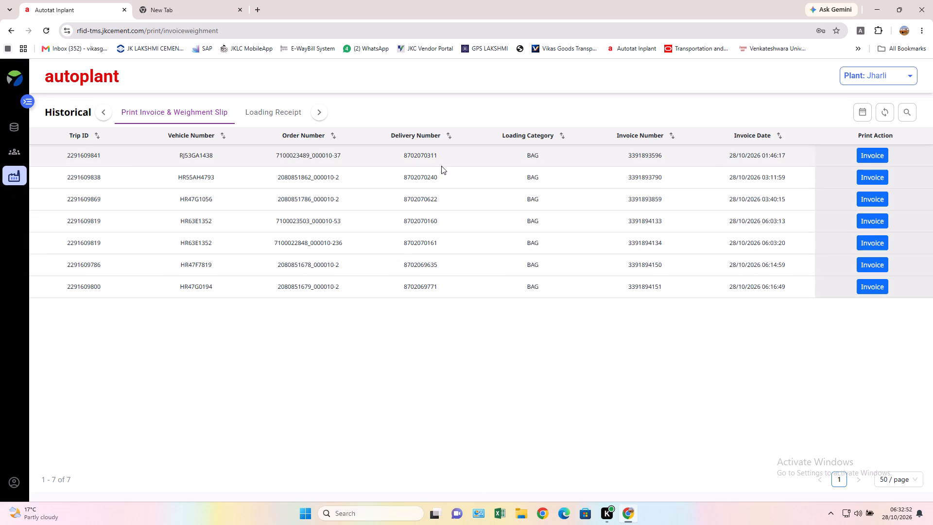
Return to the Loading Receipt page and use its calendar option to load the list of vehicles.
left_click(304, 114)
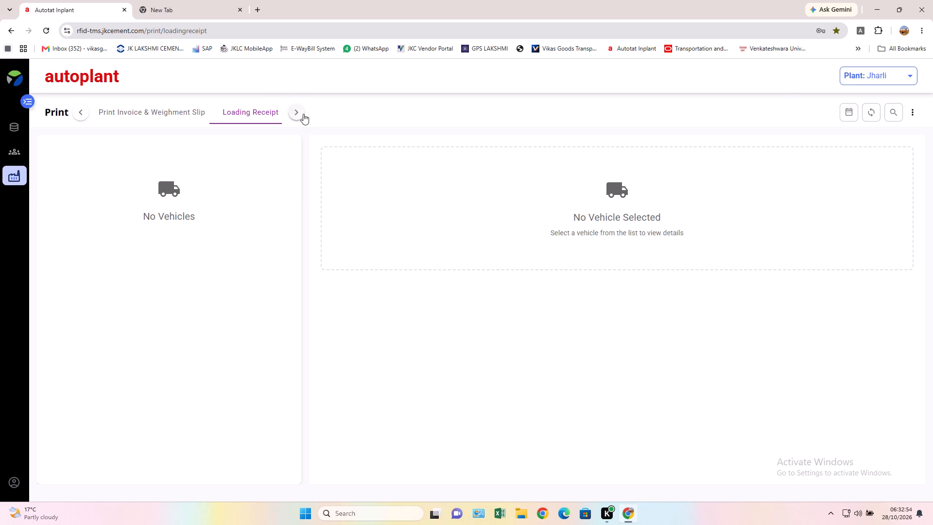
left_click(846, 111)
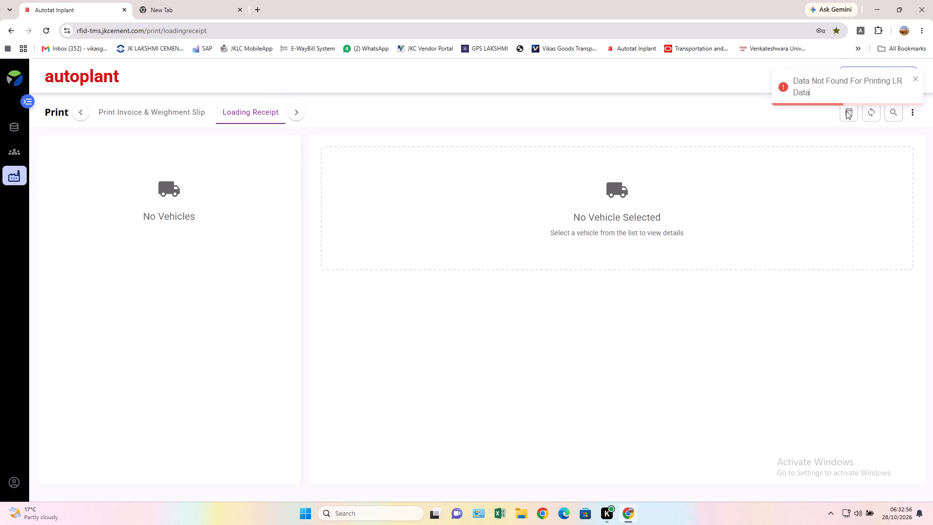
left_click(848, 111)
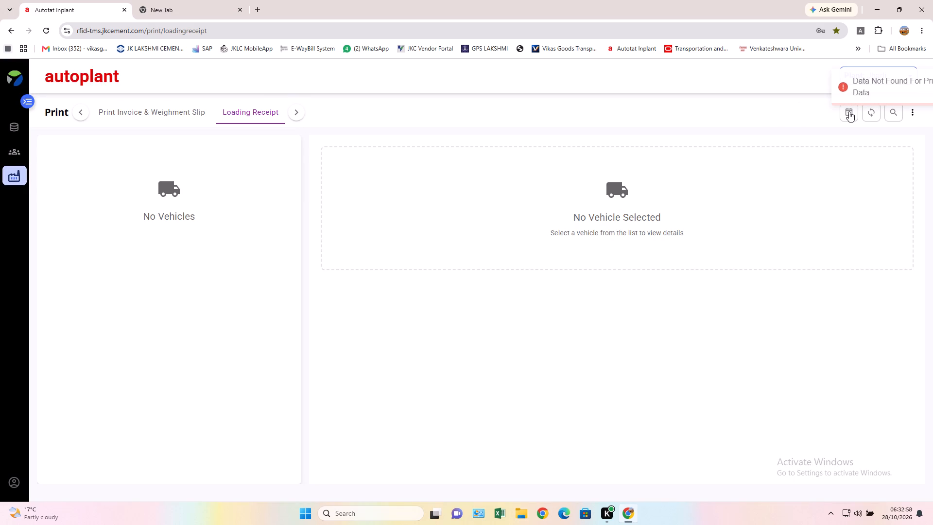
left_click(849, 114)
left_click(851, 143)
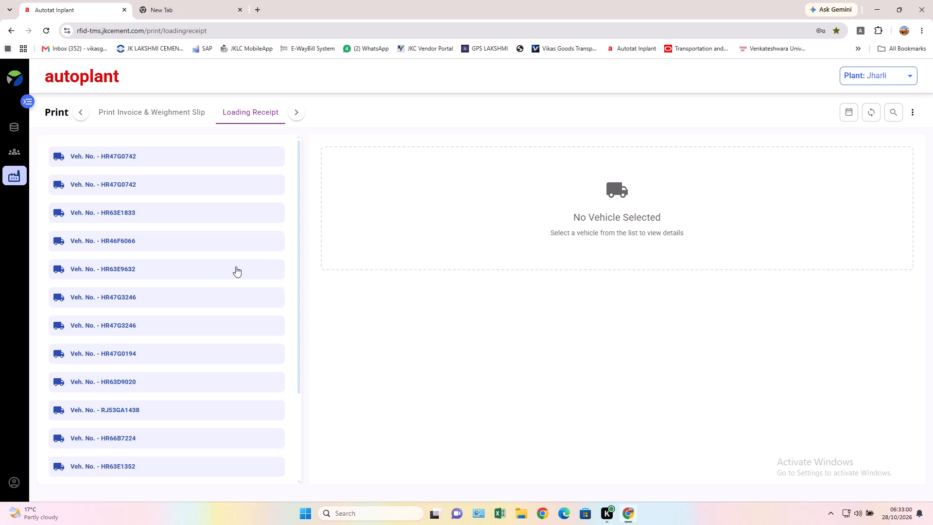
left_click(139, 463)
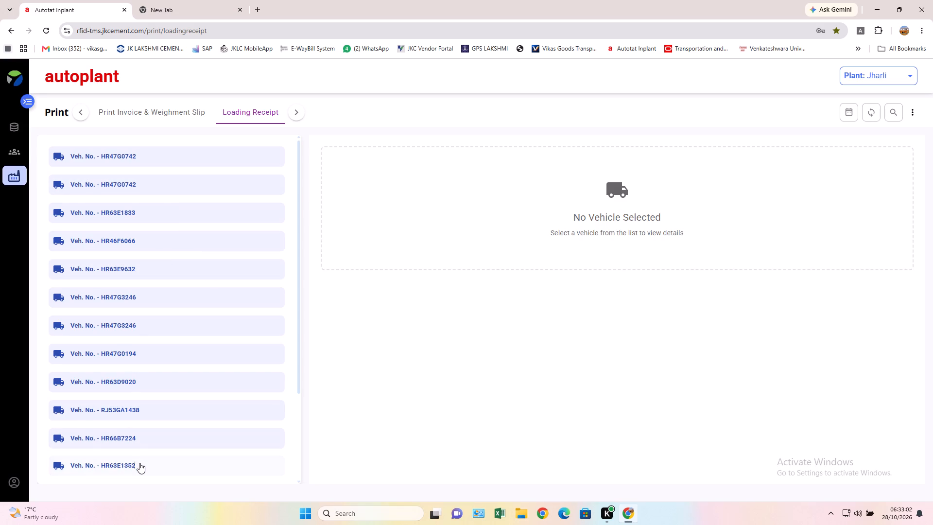
scroll(187, 431, "down", 2)
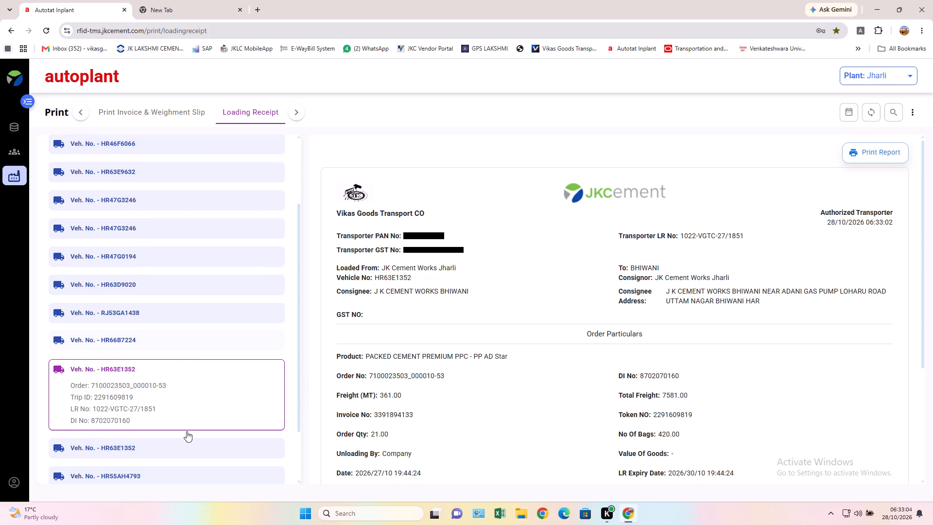
left_click(168, 449)
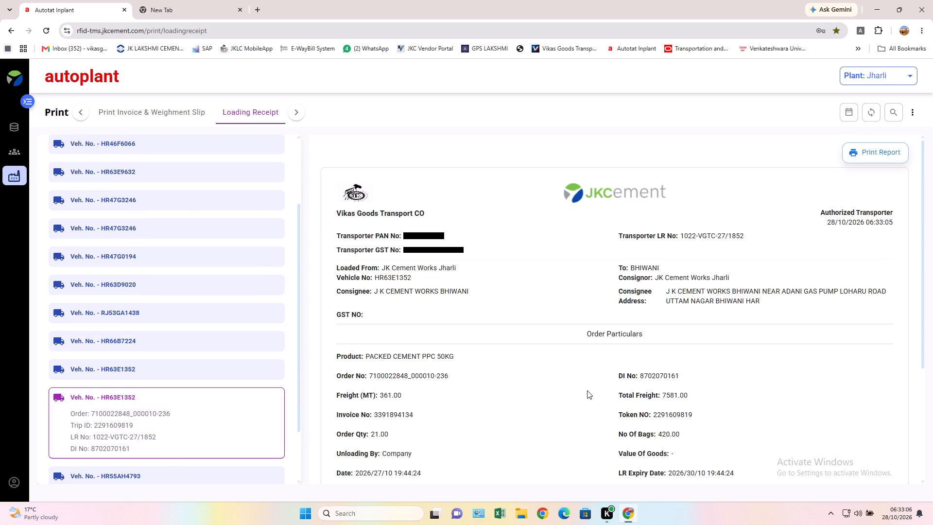
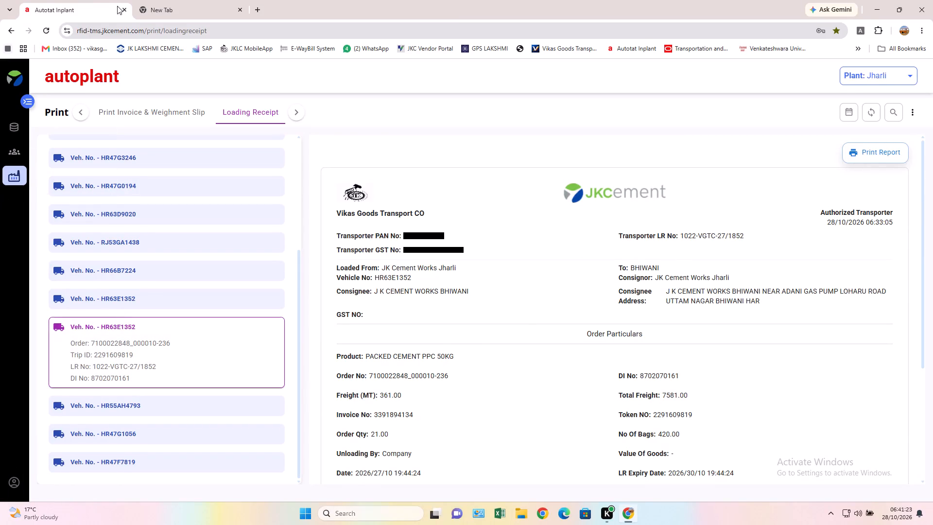
Switch from the Loading Receipt page to the blank browser tab.
left_click(189, 0)
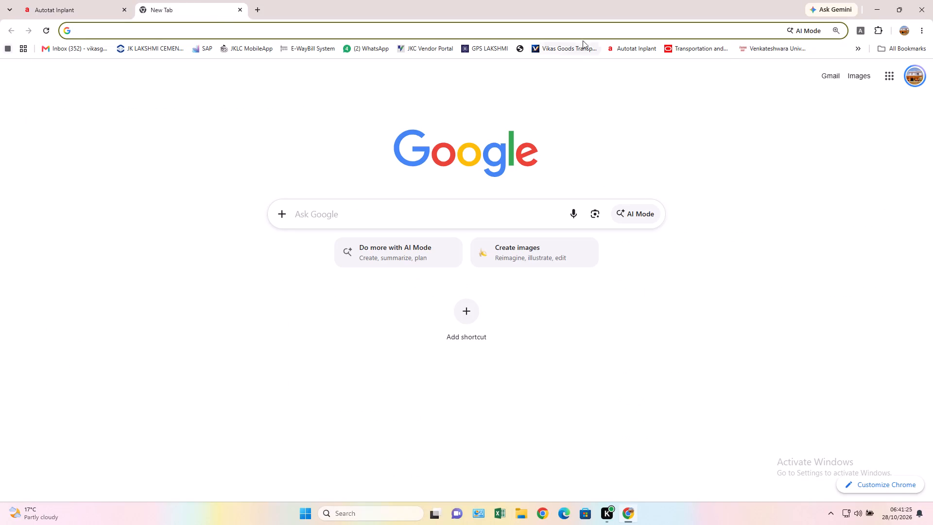
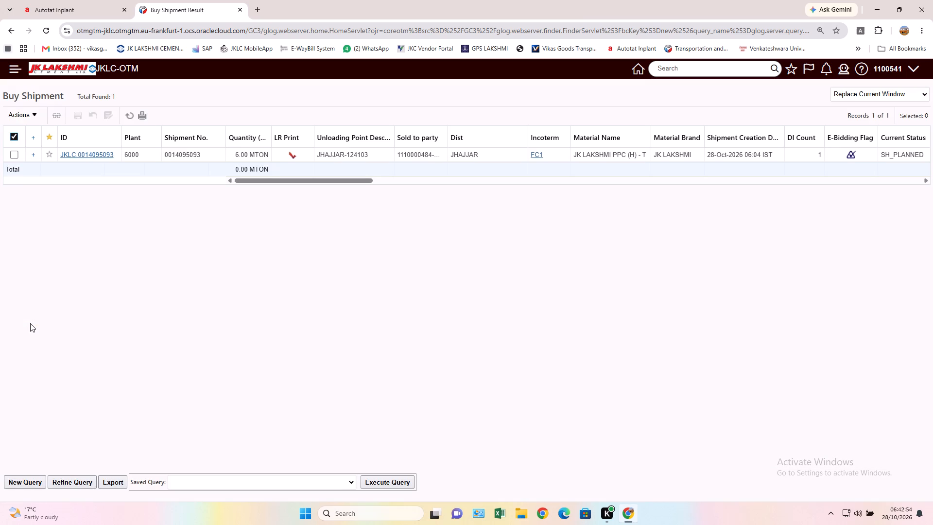
left_click(17, 154)
left_click(105, 118)
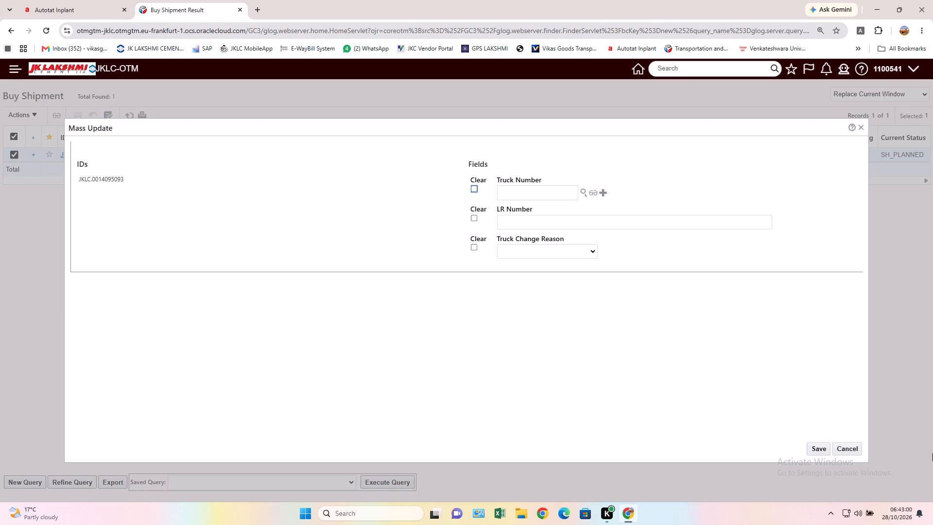
left_click(533, 195)
key("h")
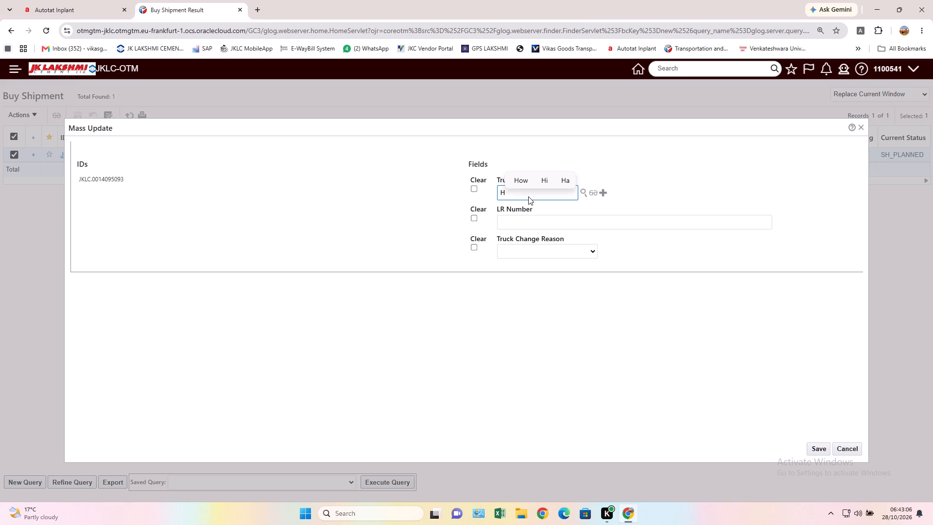
key("r")
type("14")
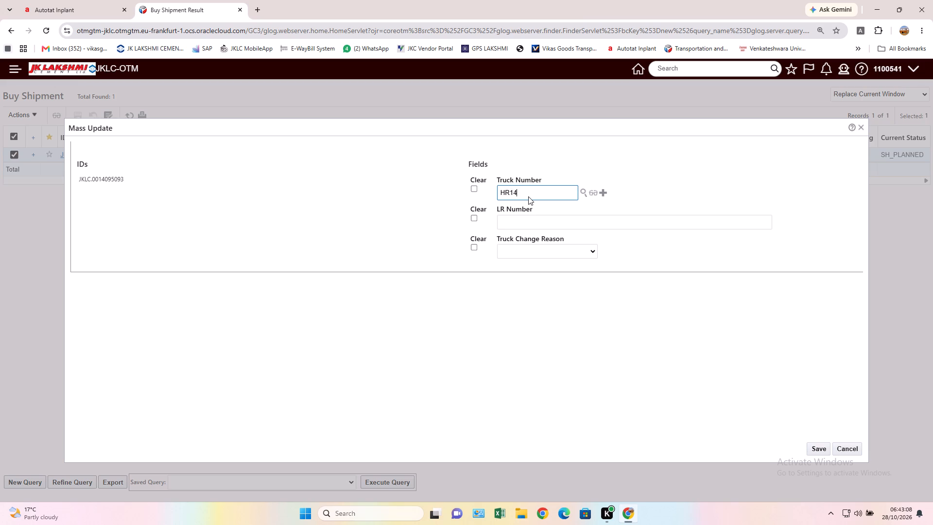
key("k")
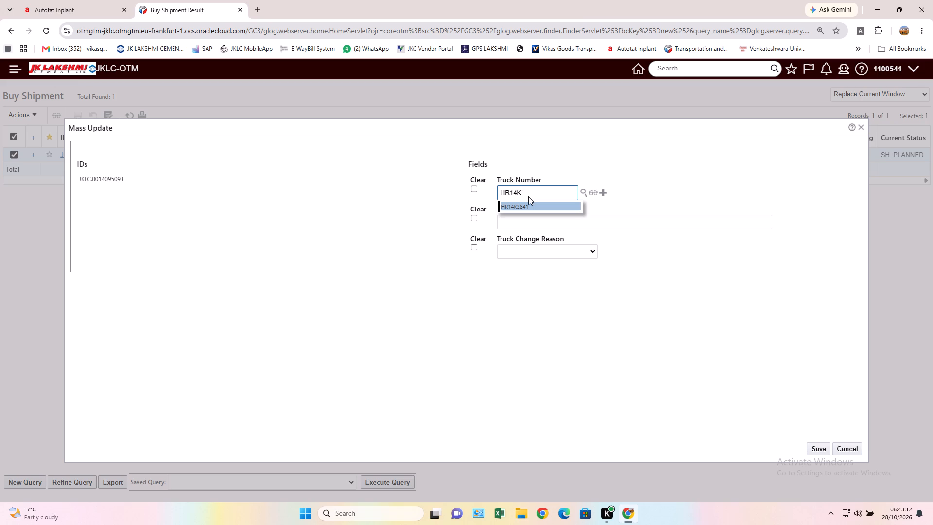
left_click(516, 206)
left_click(523, 224)
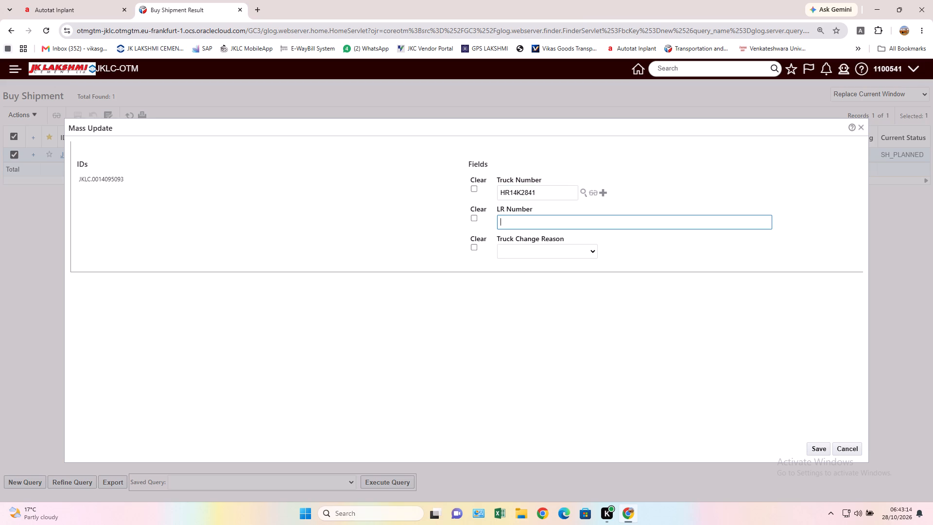
type("880")
left_click(817, 445)
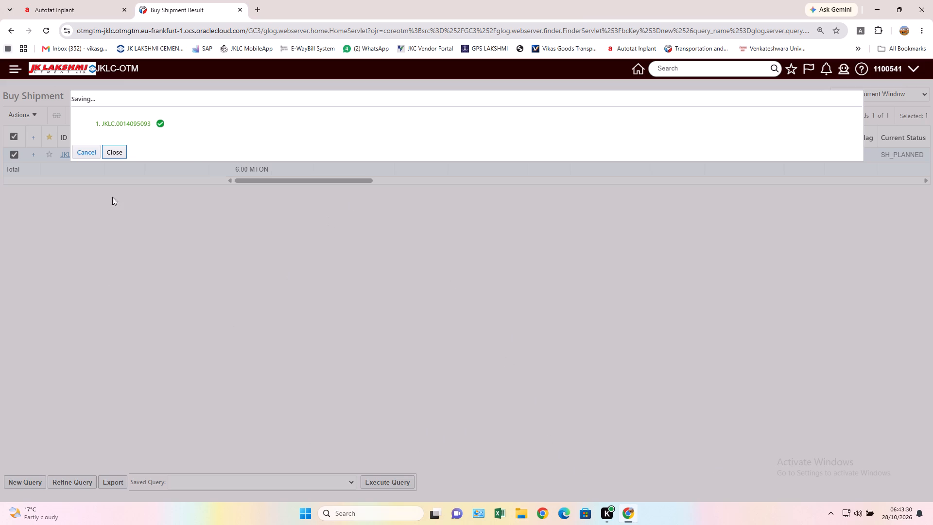
left_click(121, 151)
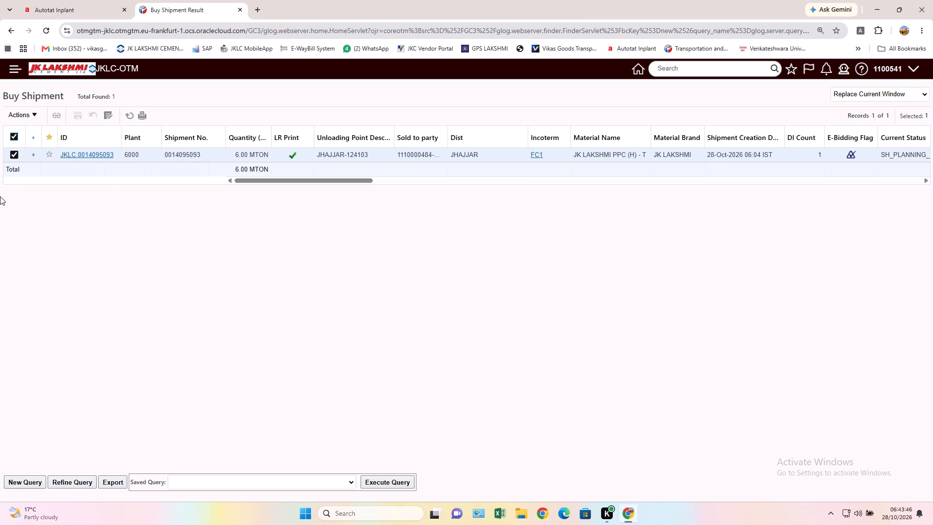
Generate the LR Print - Shipment document for shipment JKLC.0014095093 and print one A4 copy on the Canon LBP2900.
left_click(27, 114)
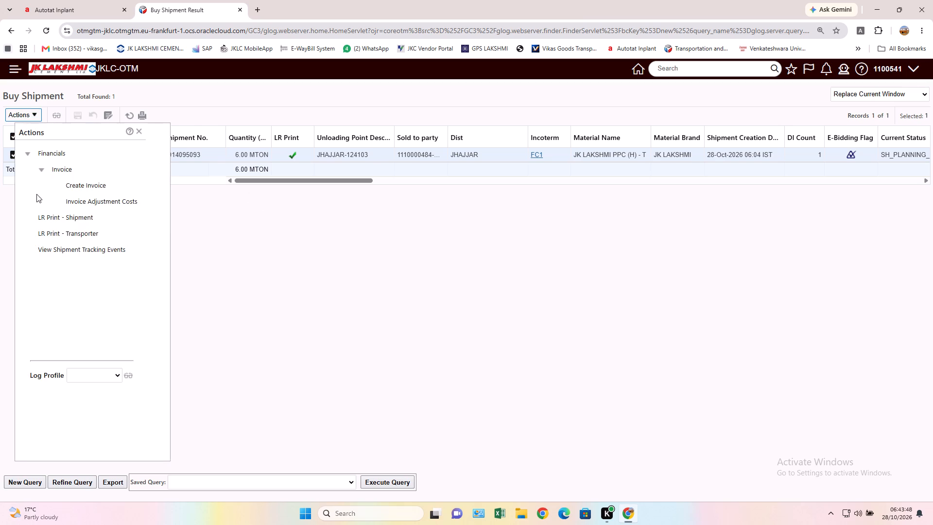
left_click(63, 222)
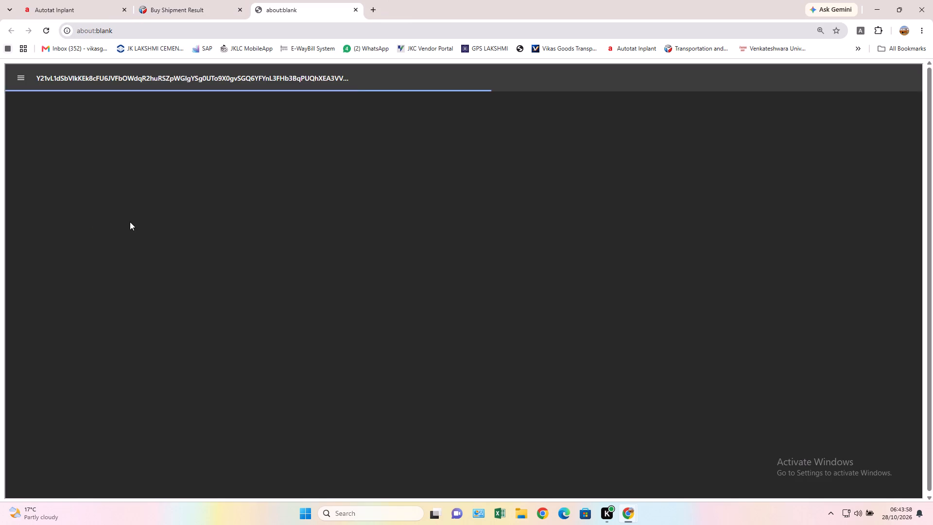
right_click(356, 191)
left_click(366, 215)
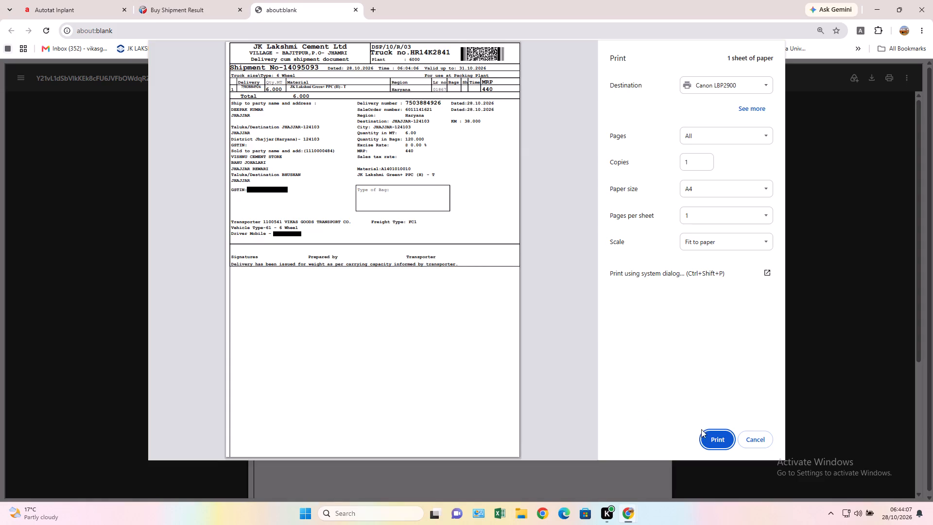
left_click(716, 439)
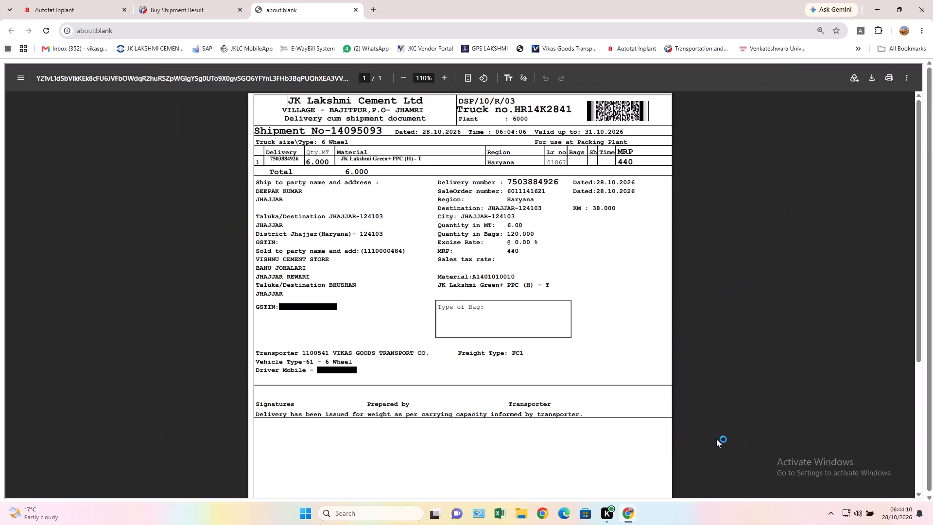
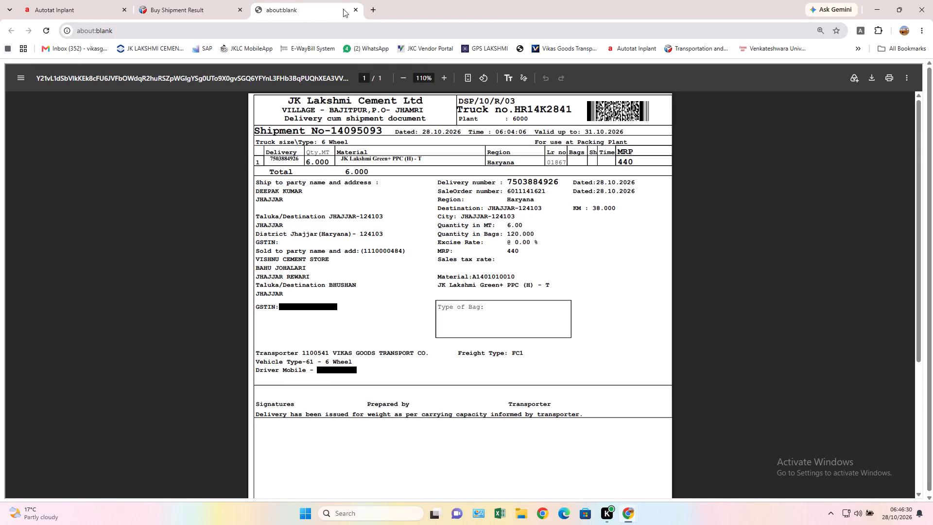
Close the printed delivery cum shipment document and return to the Buy Shipment results.
left_click(356, 8)
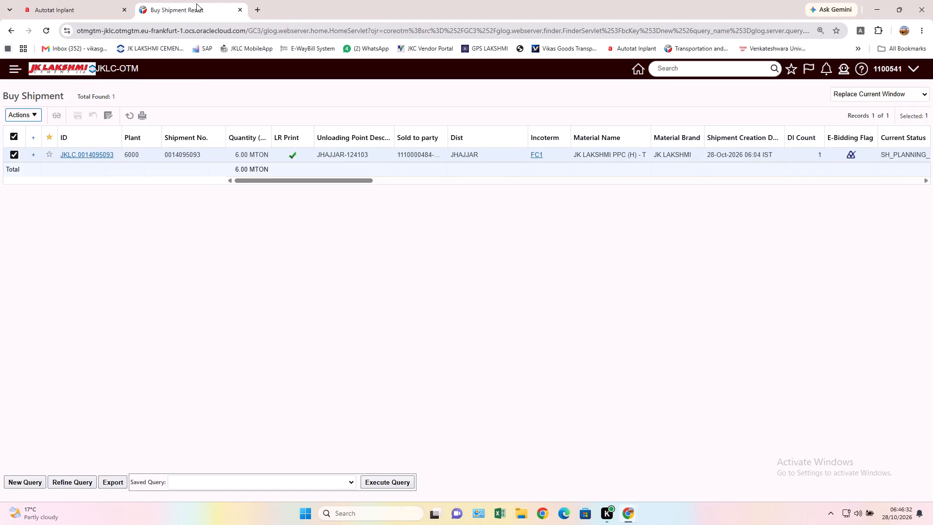
left_click(197, 1)
left_click(86, 1)
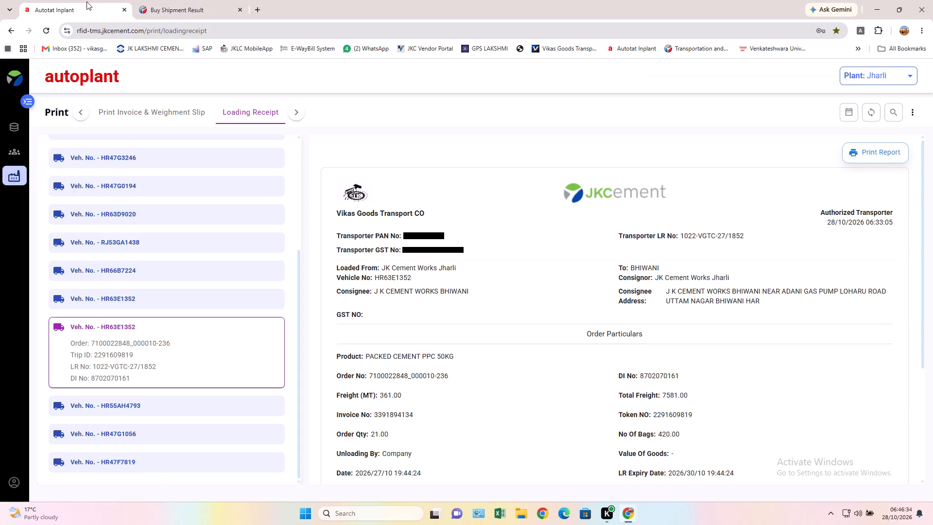
left_click(184, 10)
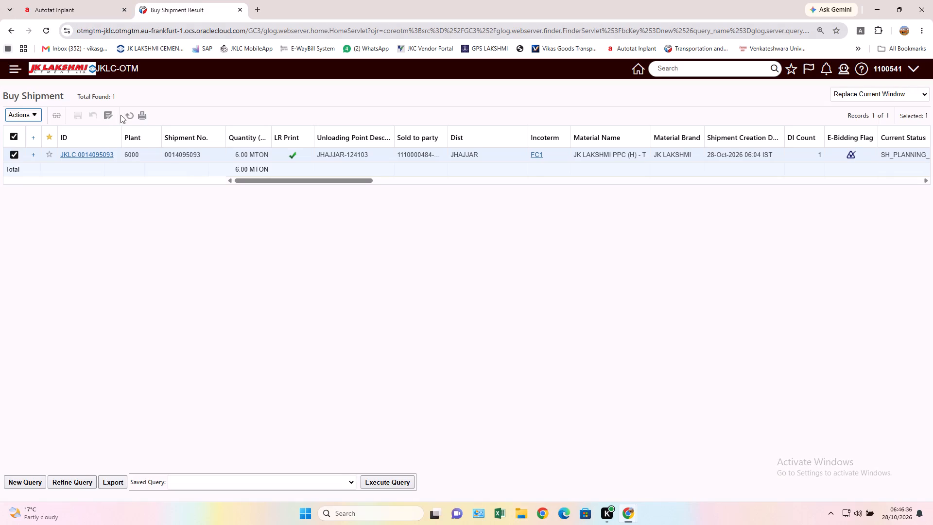
Deselect shipment JKLC.0014095093 and rerun the Buy Shipment query.
left_click(12, 152)
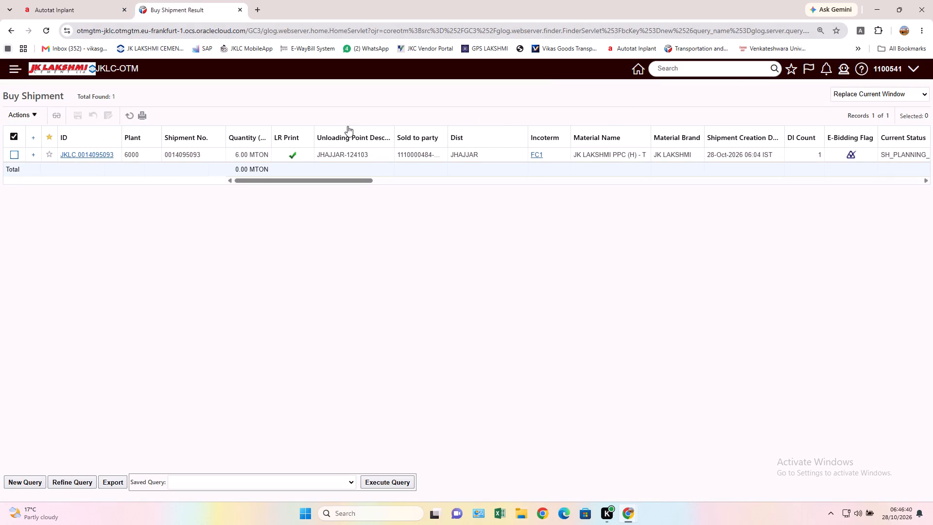
left_click(129, 119)
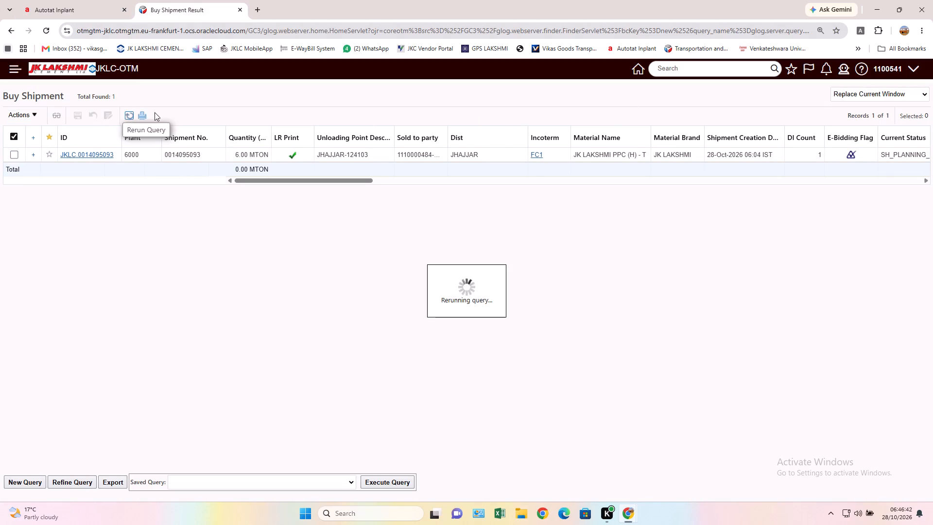
Leave the shipment results for the JKLC-OTM home page, and open the bookmarked Autotat Inplant site in its place.
left_click(633, 69)
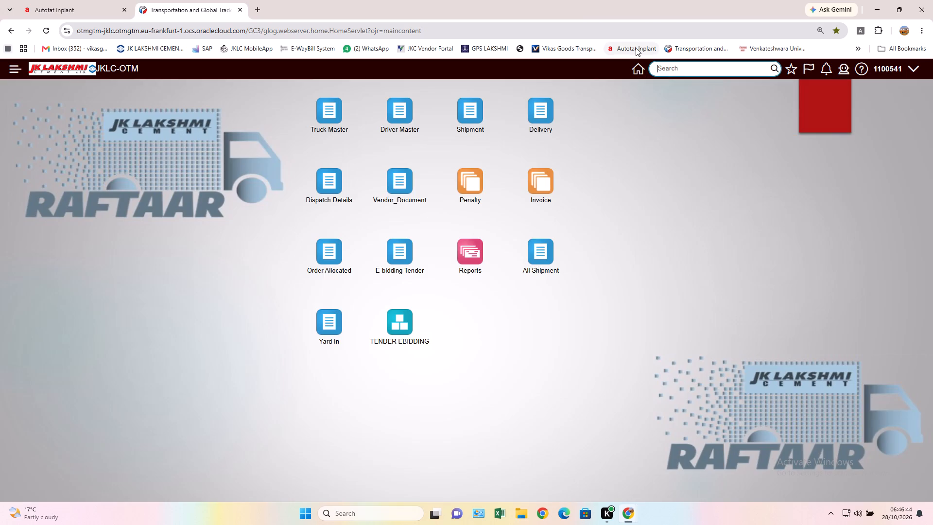
left_click(636, 48)
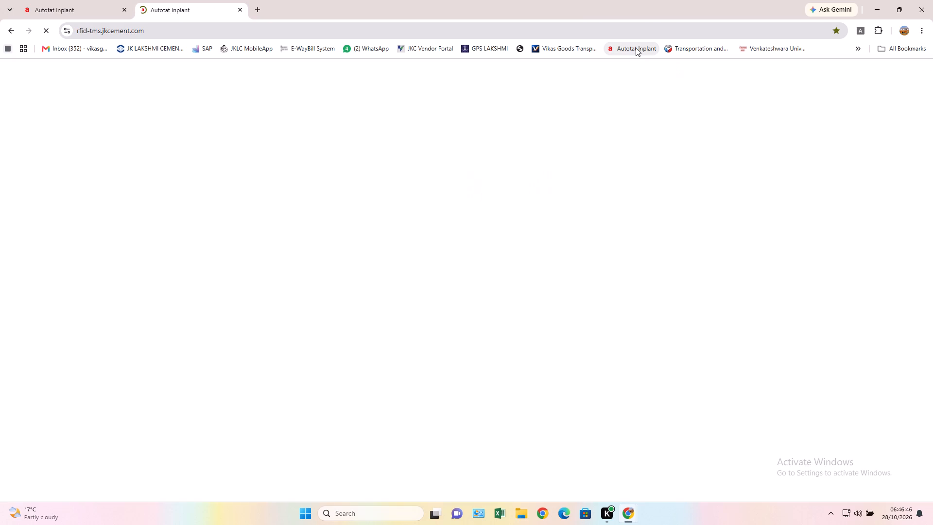
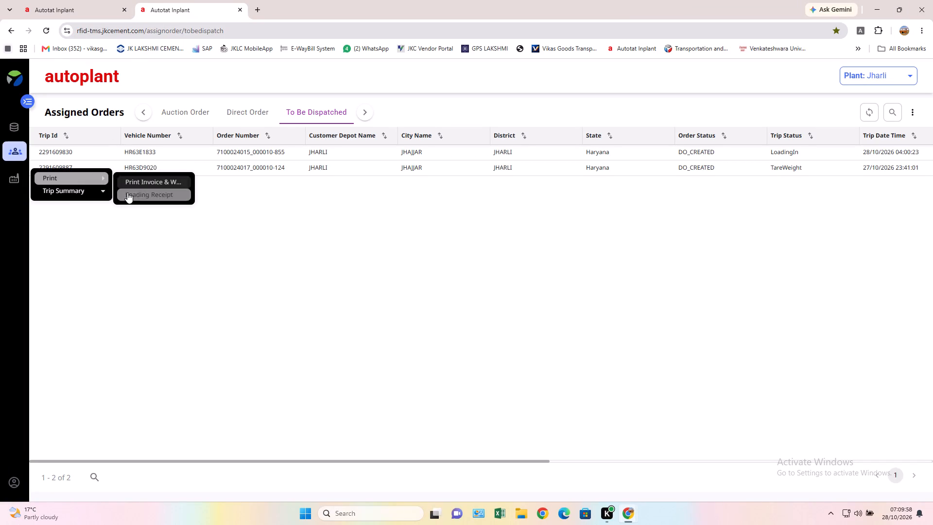
Check the Loading Receipt page for the Jharli plant, and view its assigned direct orders.
left_click(127, 192)
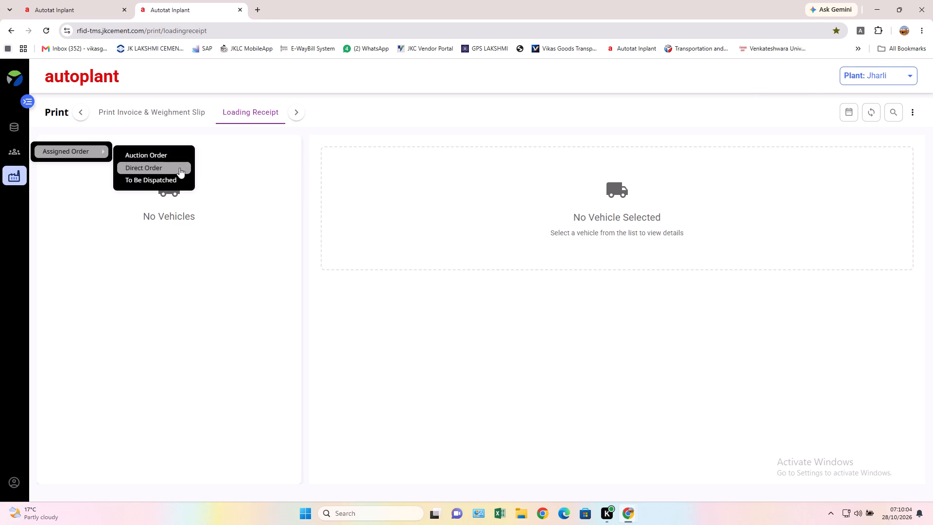
left_click(179, 168)
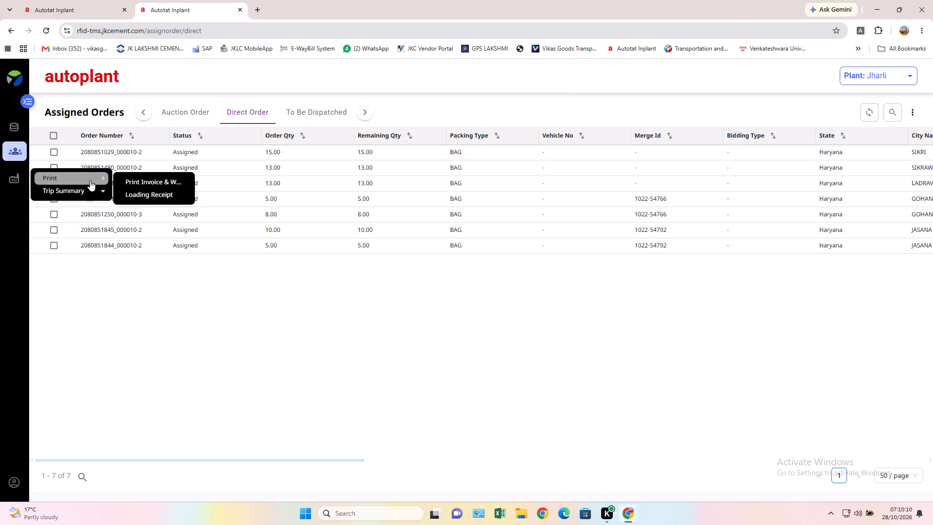
Return to the Loading Receipt page and apply a date filter to load its vehicle list.
left_click(126, 192)
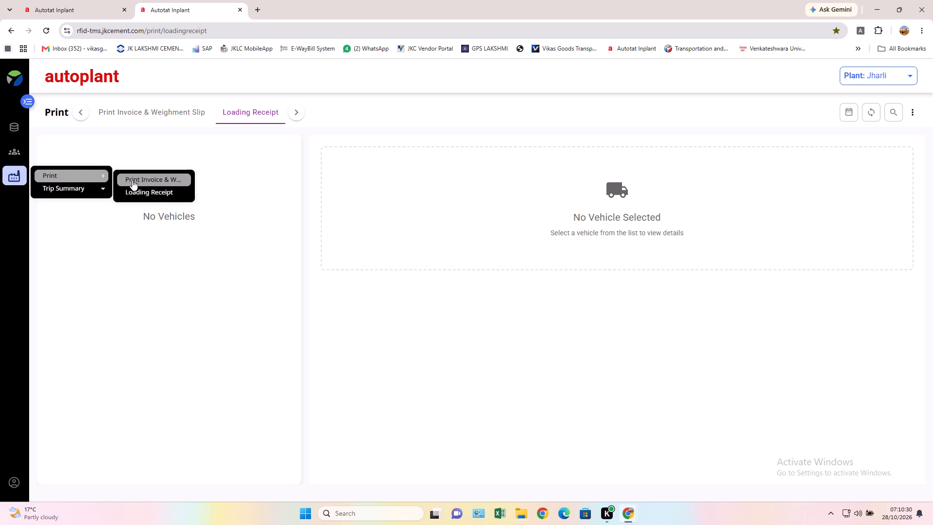
left_click(137, 187)
left_click(138, 189)
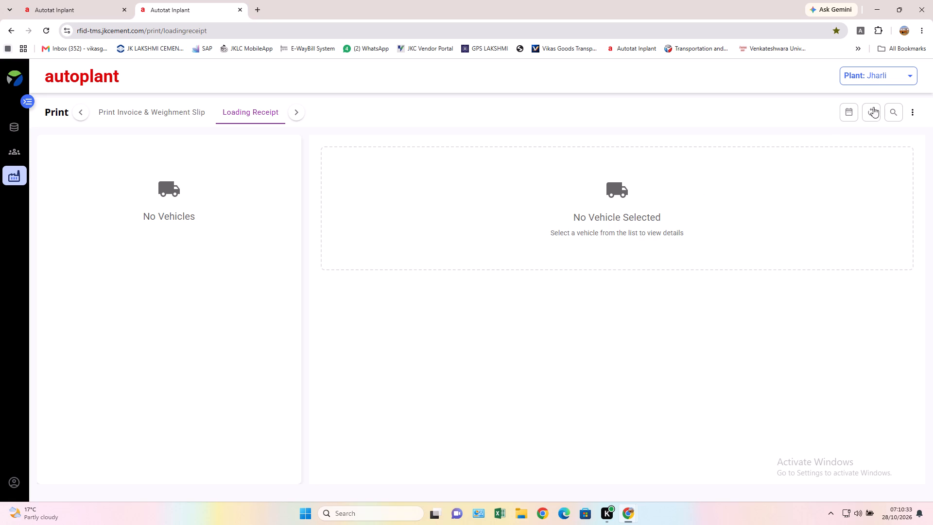
left_click(855, 107)
left_click(854, 143)
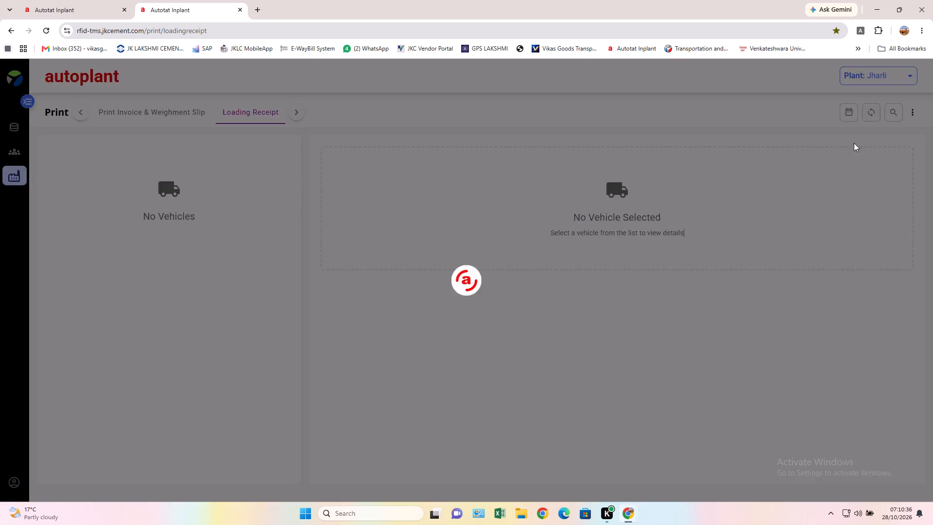
scroll(188, 445, "down", 2)
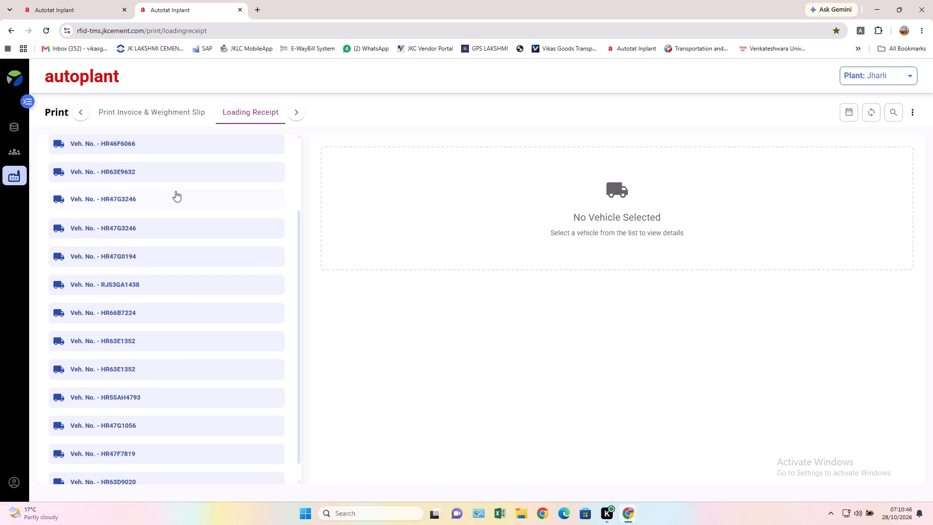
left_click(179, 260)
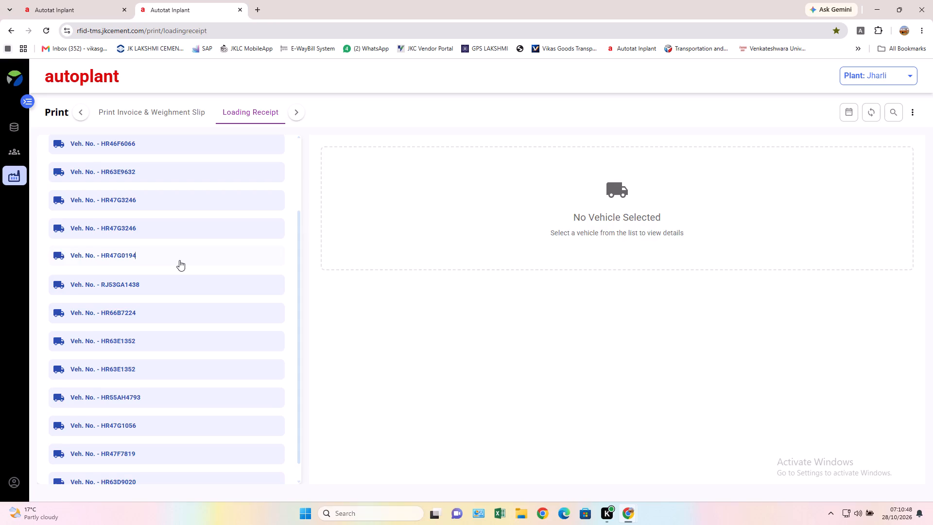
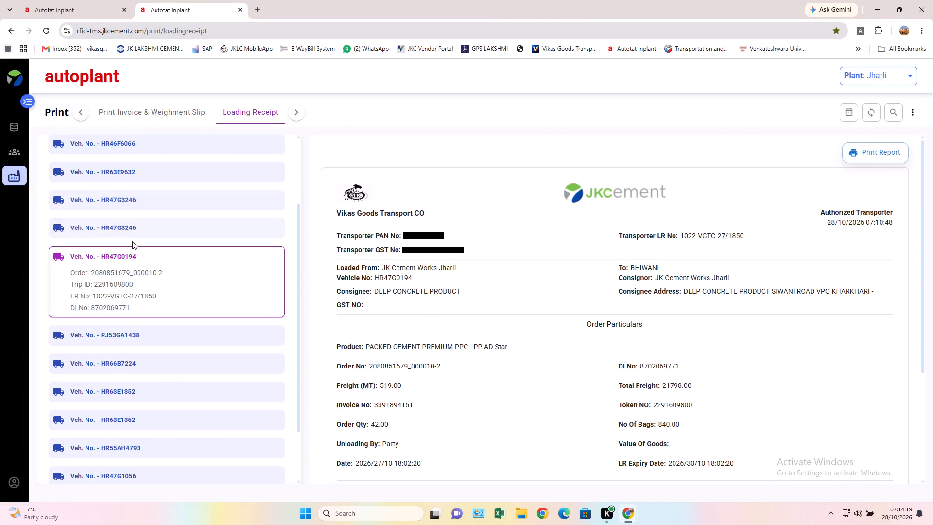
scroll(141, 269, "down", 3)
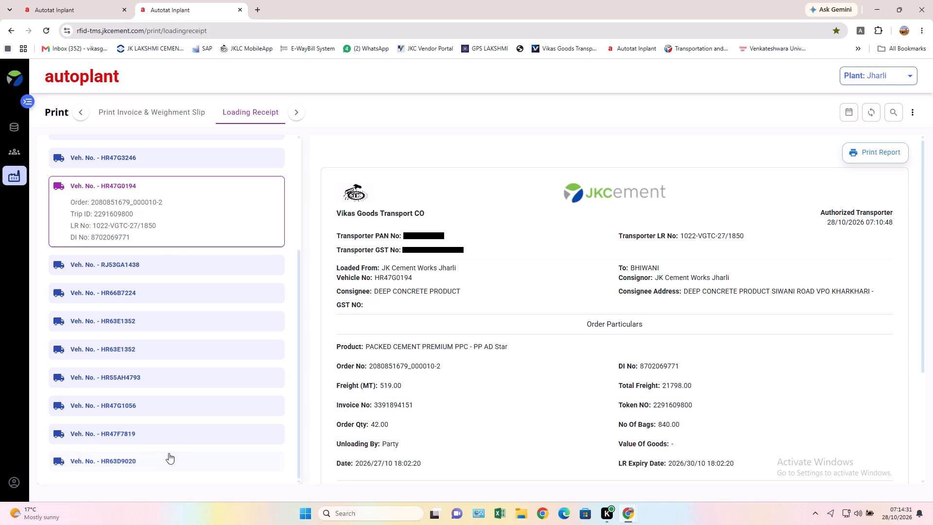
scroll(167, 455, "down", 1)
left_click(155, 430)
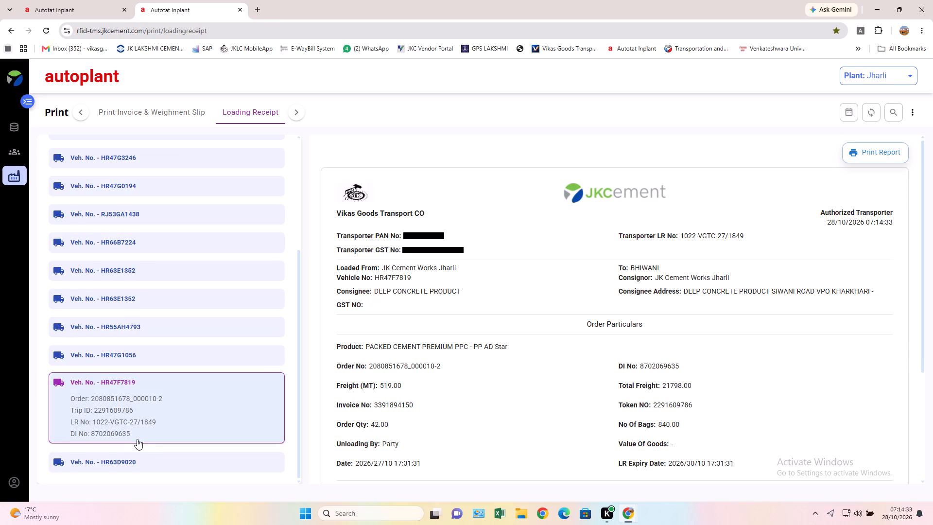
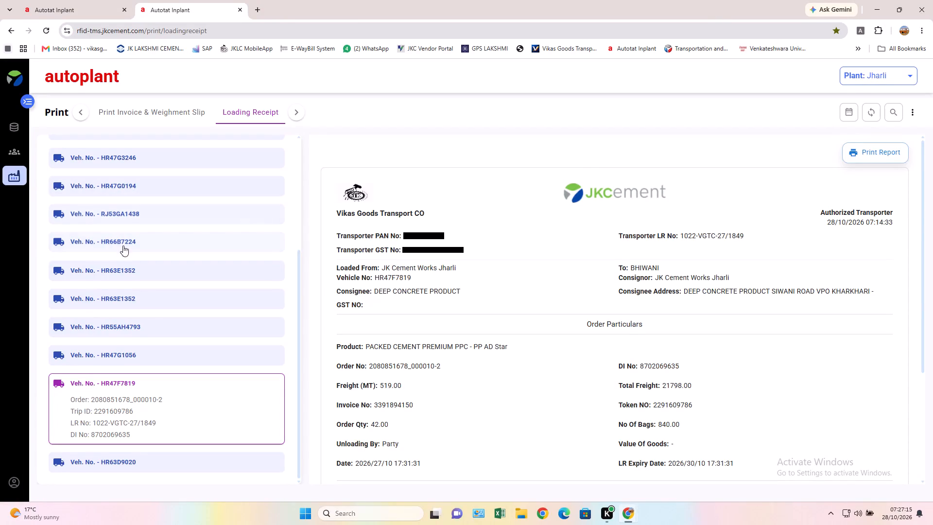
scroll(141, 319, "up", 1)
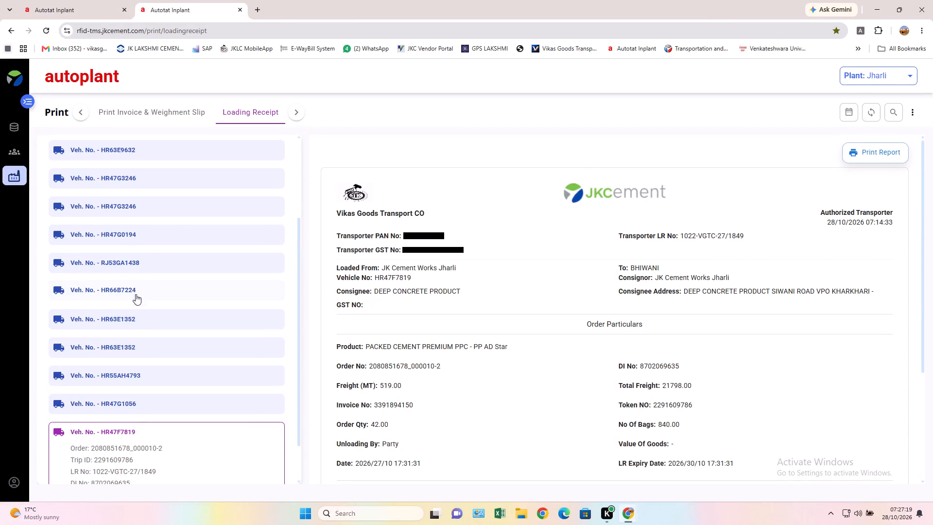
left_click(140, 379)
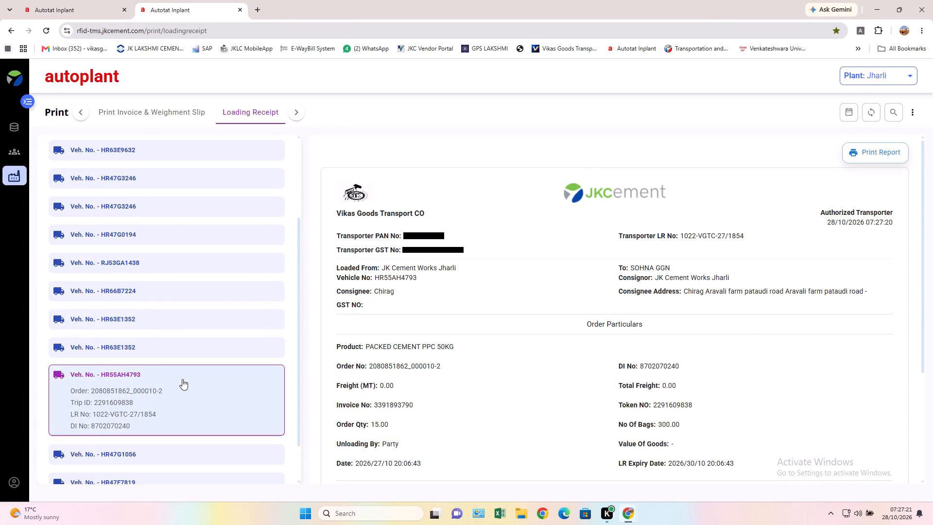